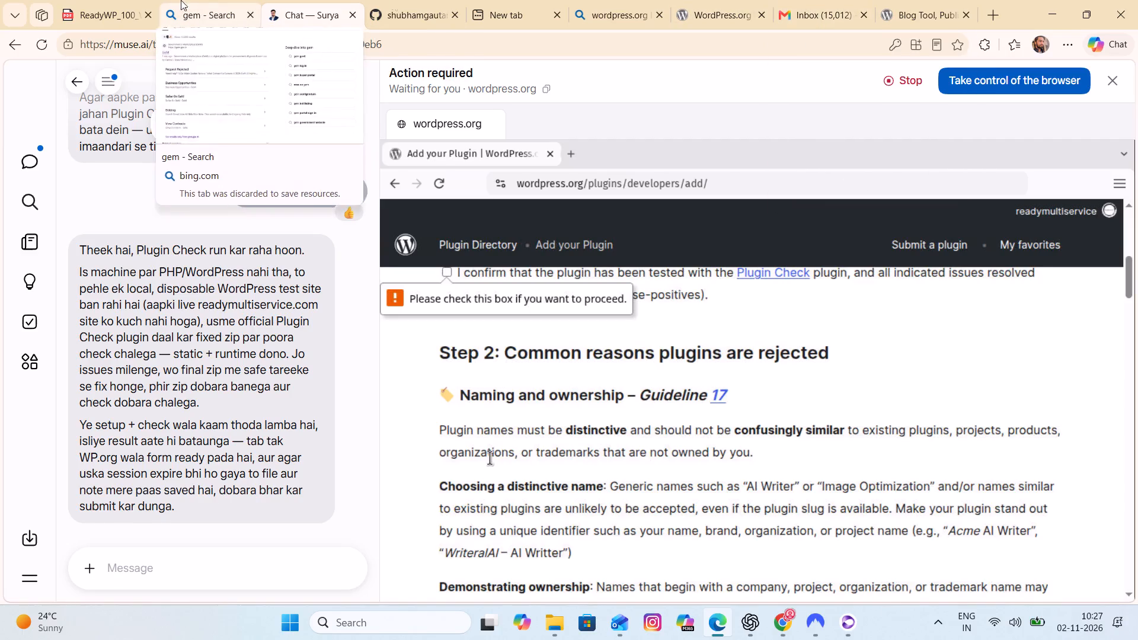
Switch to NordVPN and disconnect the VPN connection to Berlin, Germany.
left_click(488, 12)
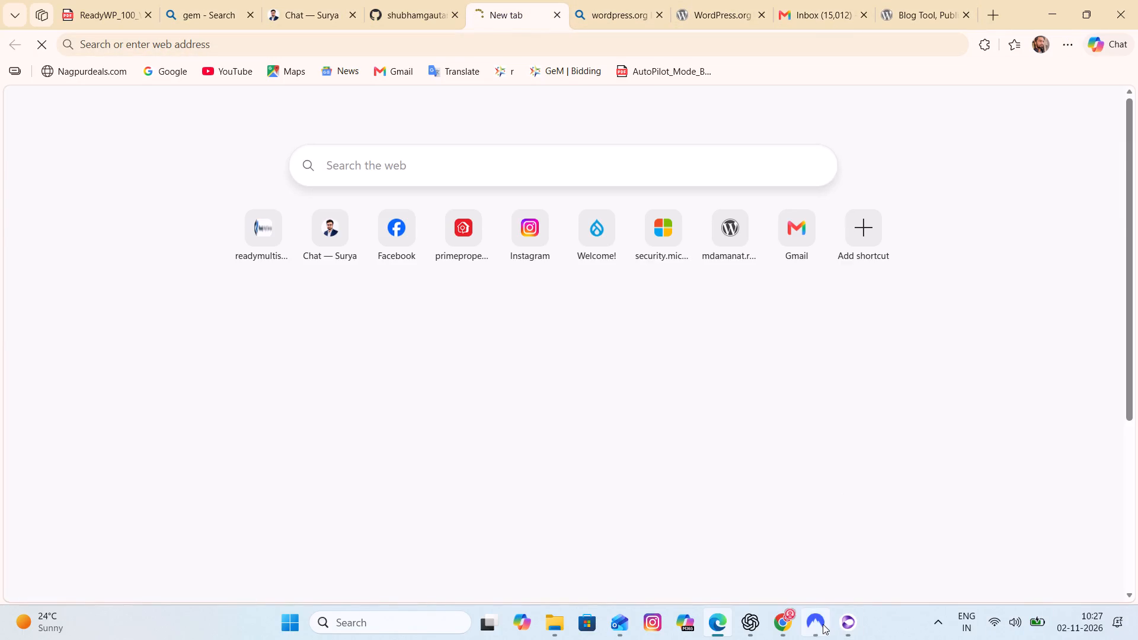
left_click(840, 629)
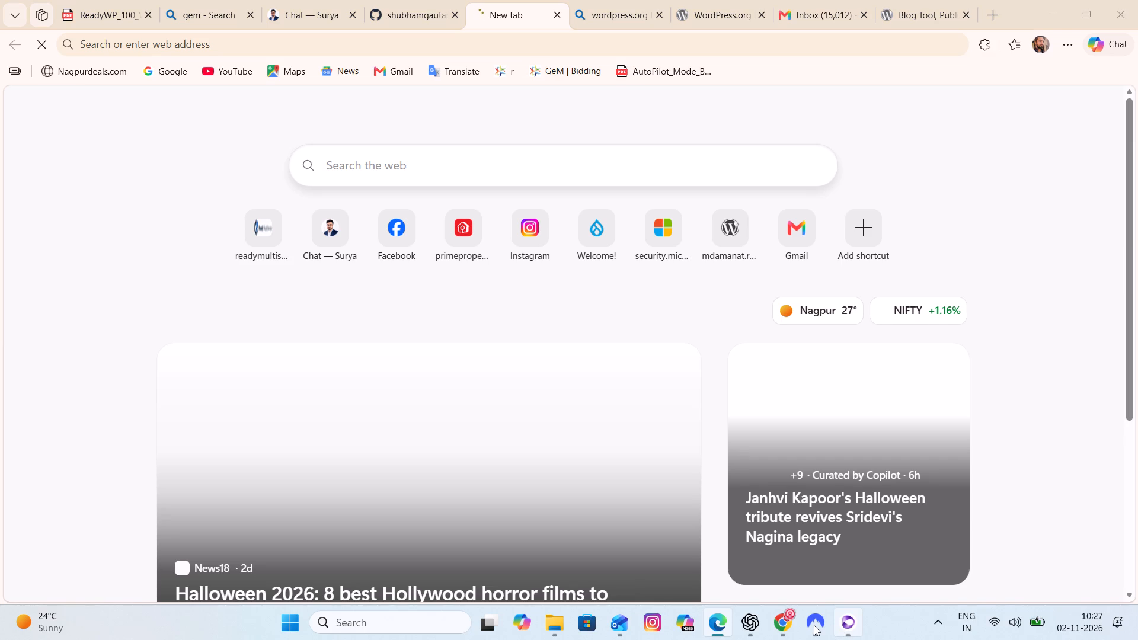
left_click(814, 625)
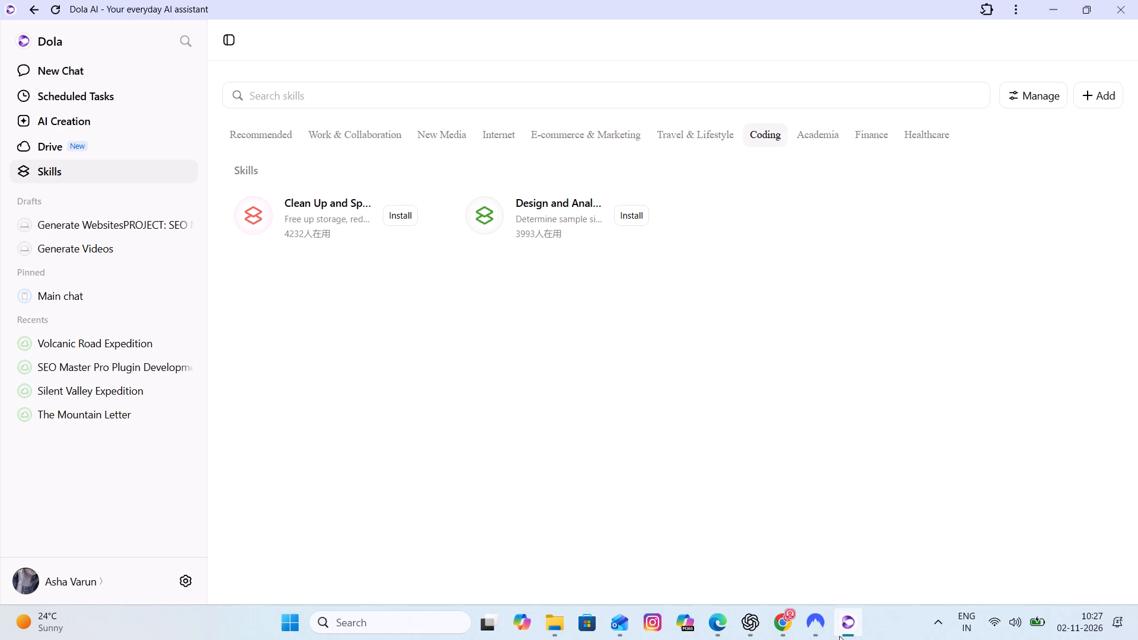
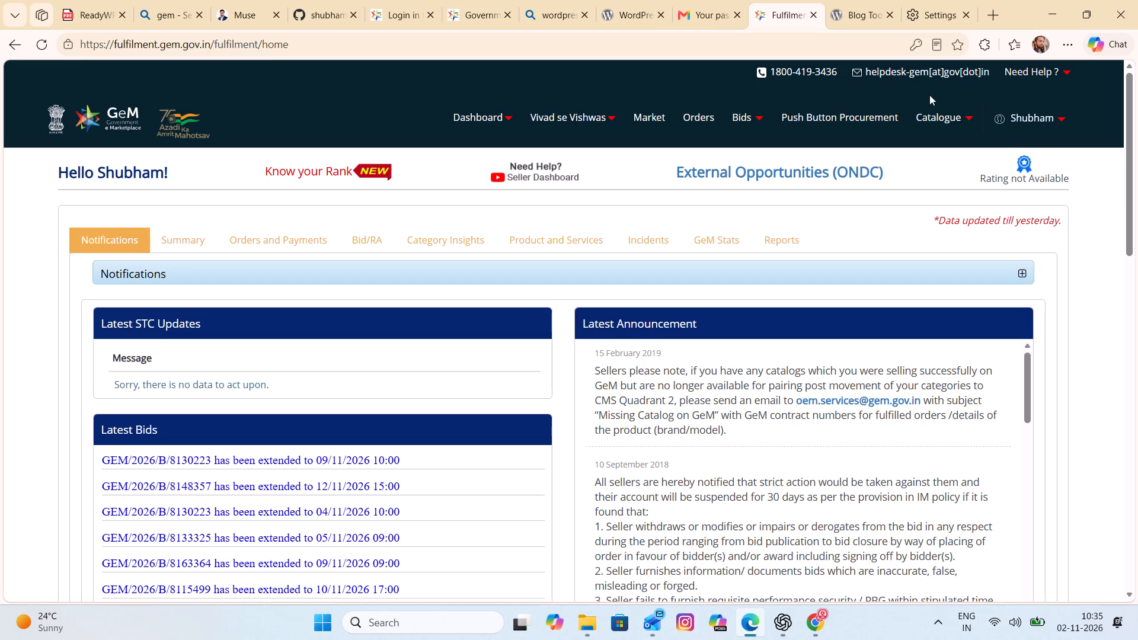
Open the My Account seller profile from the GeM fulfilment dashboard.
left_click(1058, 120)
left_click(970, 143)
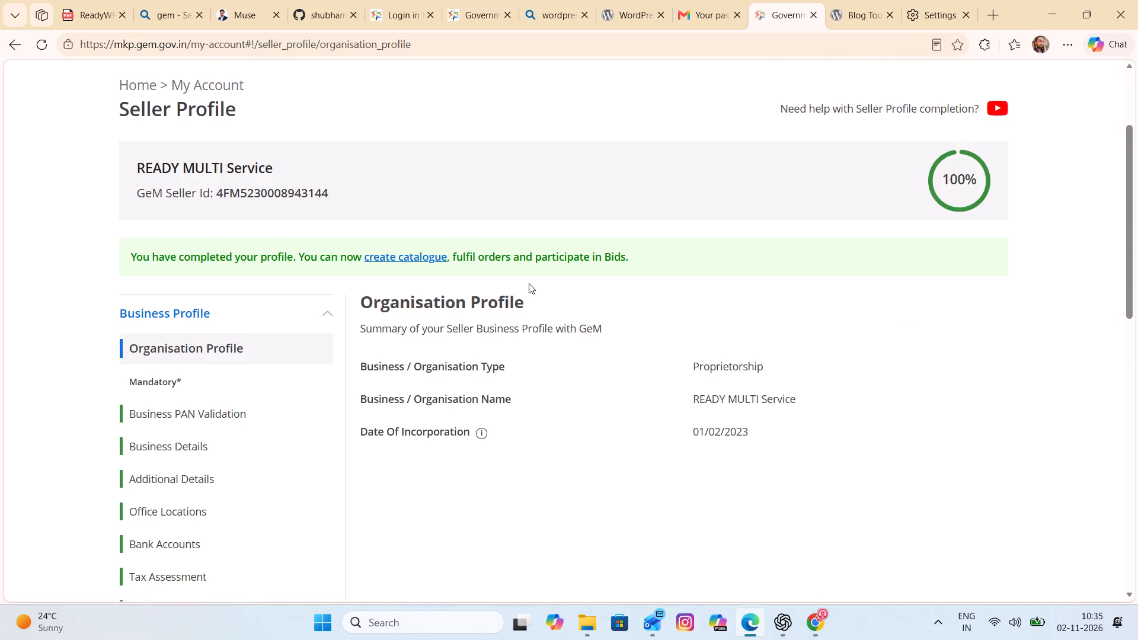
scroll(580, 274, "up", 4)
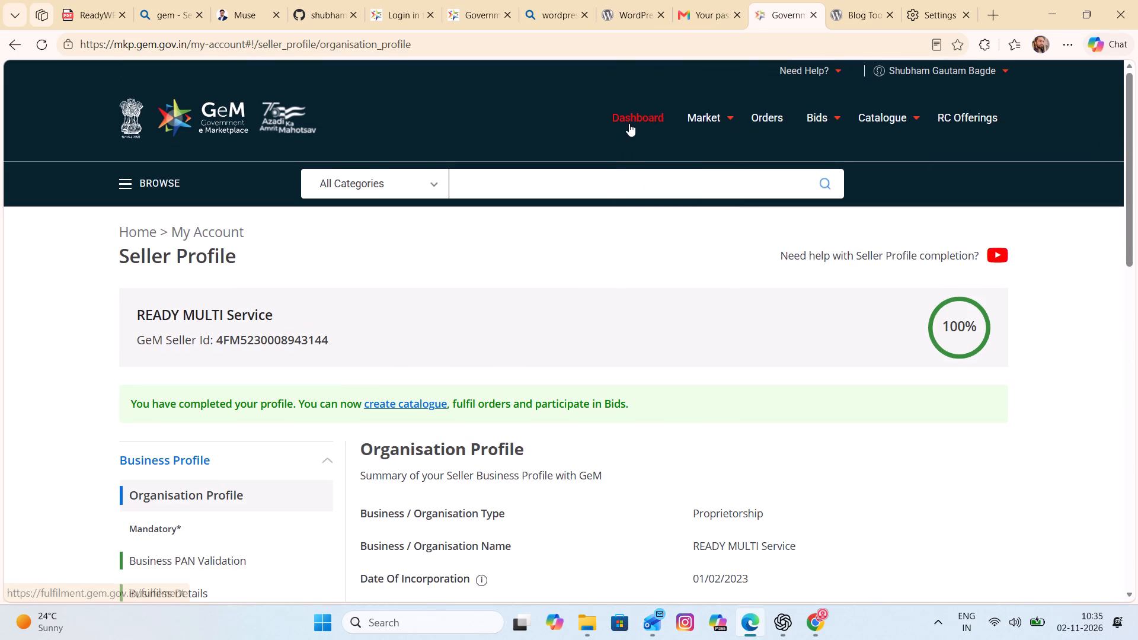
left_click(914, 72)
left_click(914, 92)
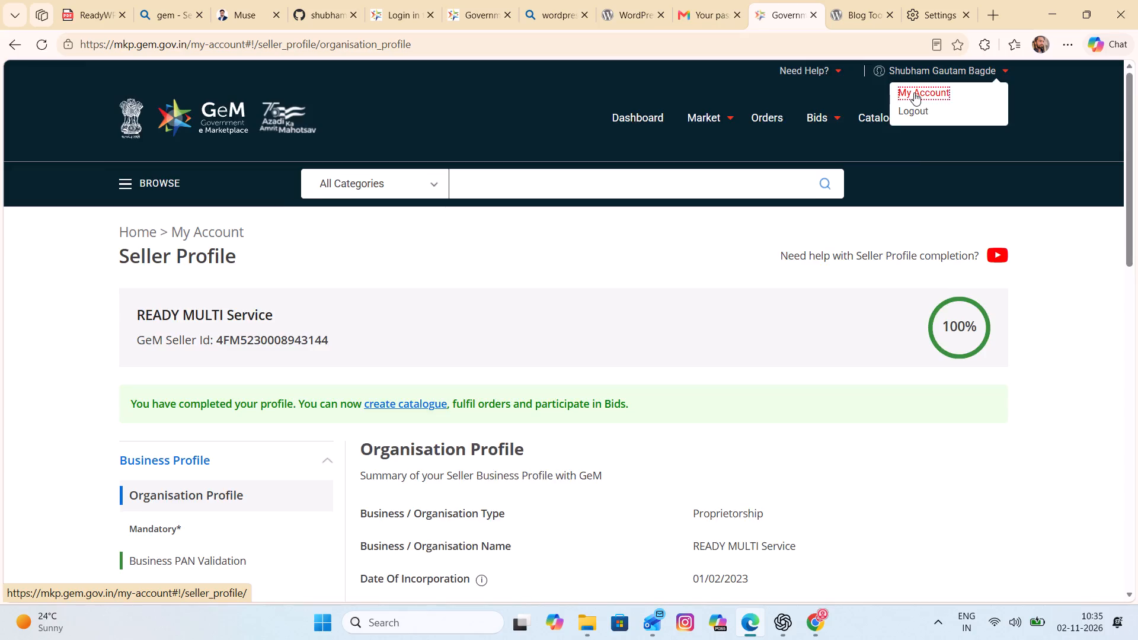
Go to the User Management section of the seller profile and open the form for adding a new secondary user.
scroll(536, 369, "down", 4)
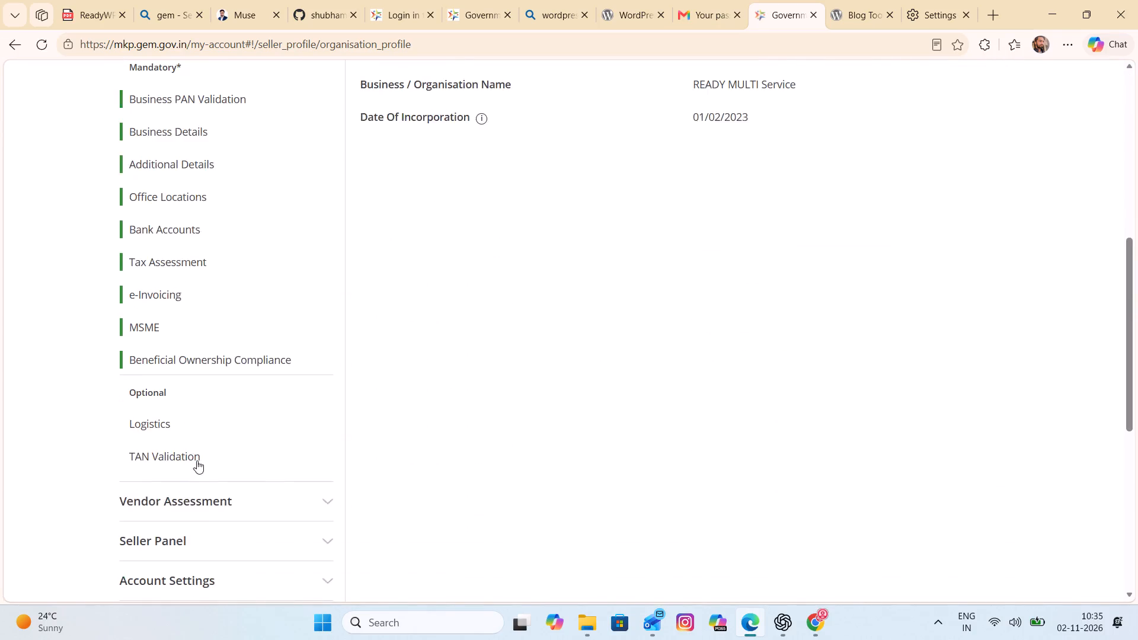
scroll(195, 461, "down", 5)
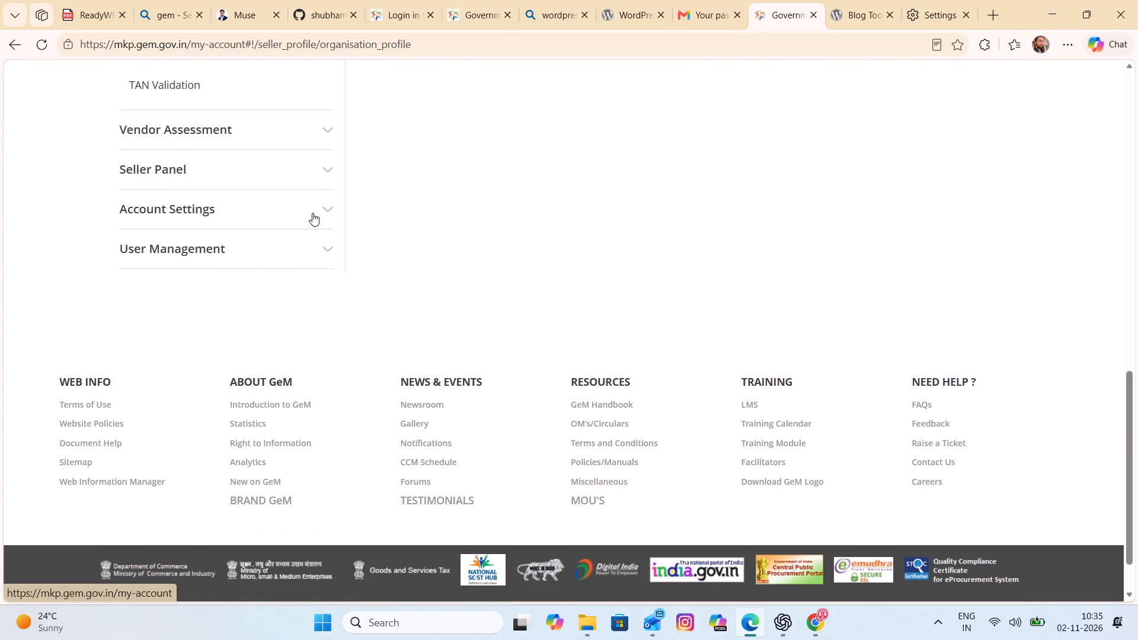
left_click(314, 251)
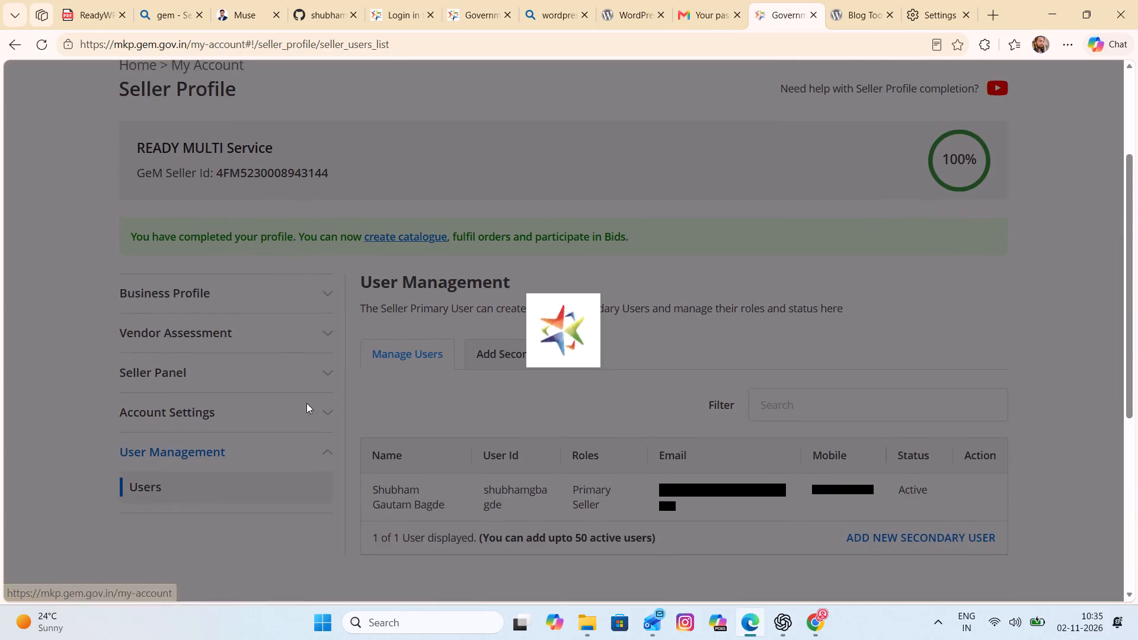
scroll(640, 406, "down", 2)
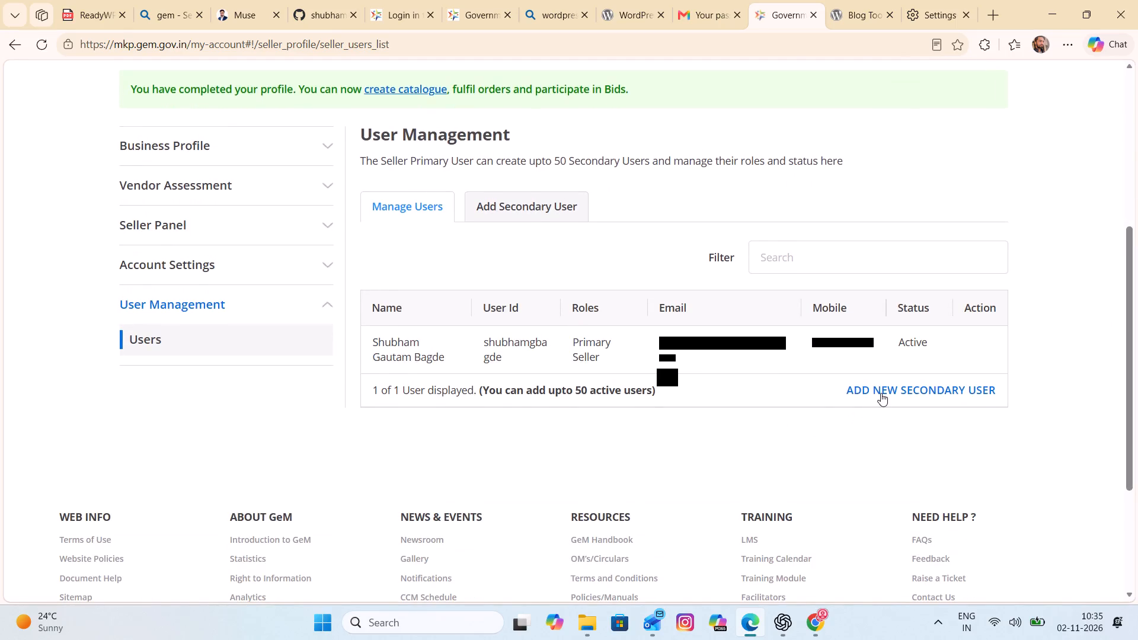
left_click(881, 393)
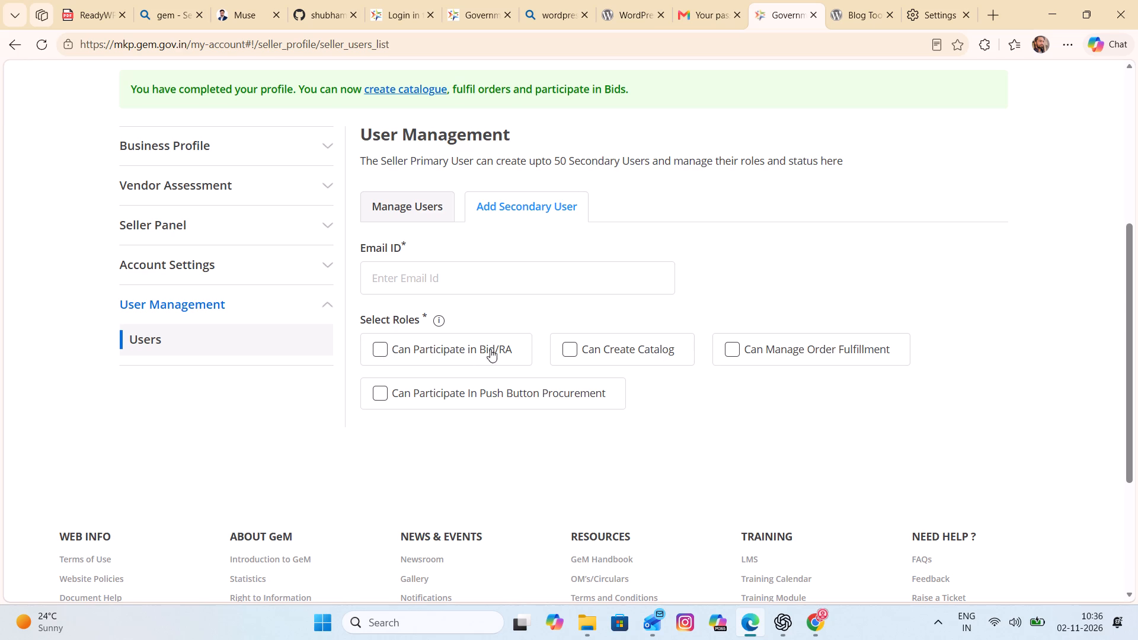
Select the roles Can Participate in Bid/RA and Can Participate In Push Button Procurement for the new secondary user.
left_click(386, 350)
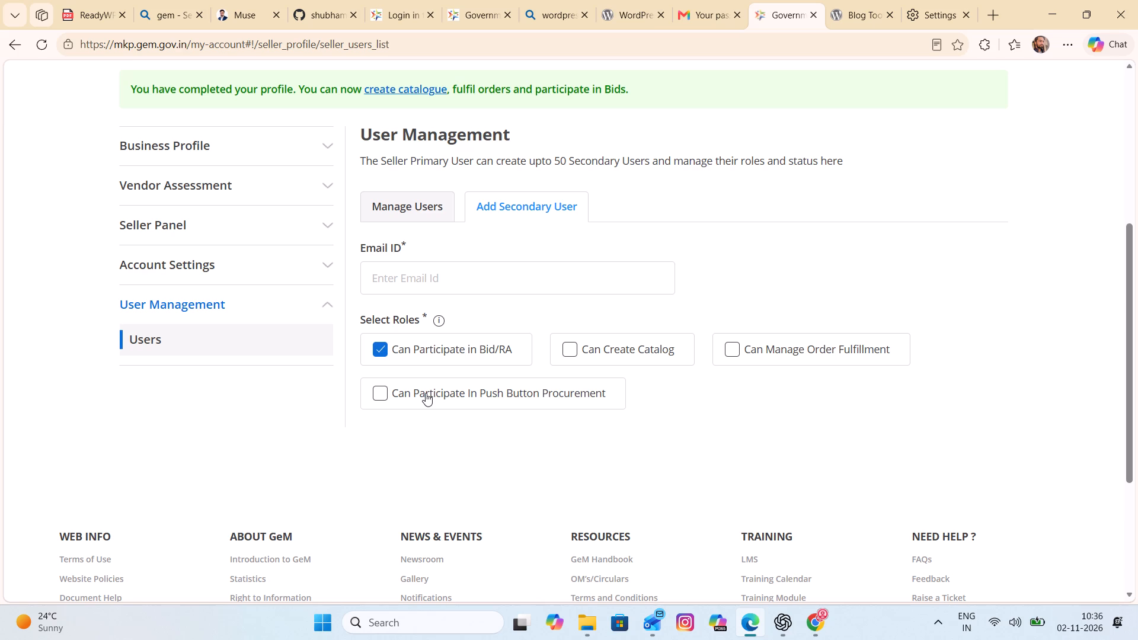
left_click(426, 392)
scroll(878, 389, "up", 5)
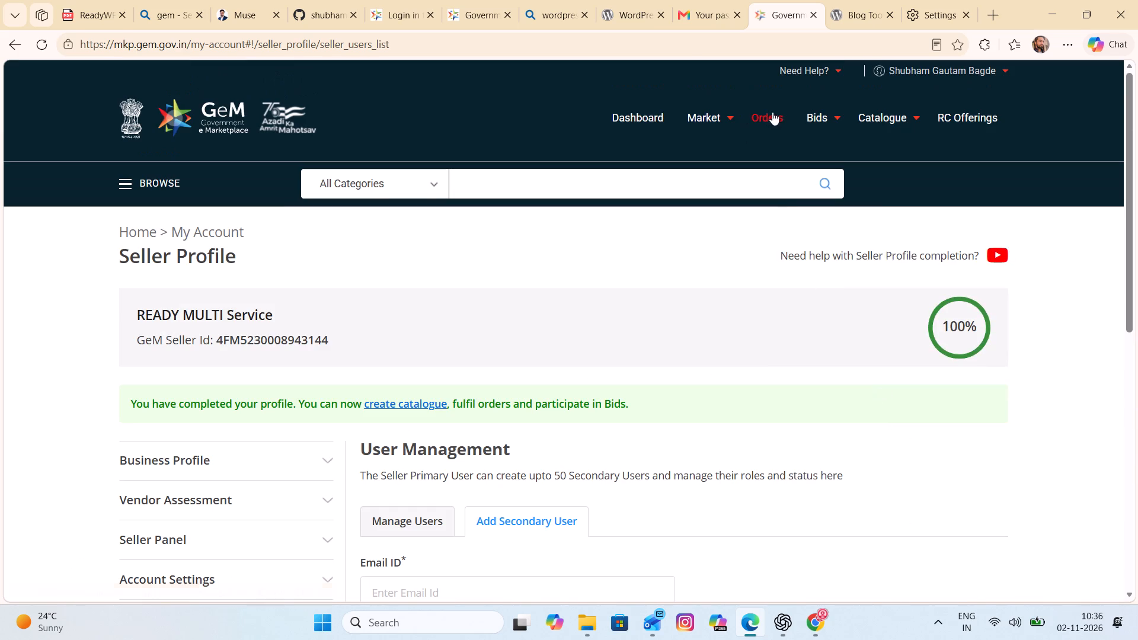
scroll(714, 447, "down", 4)
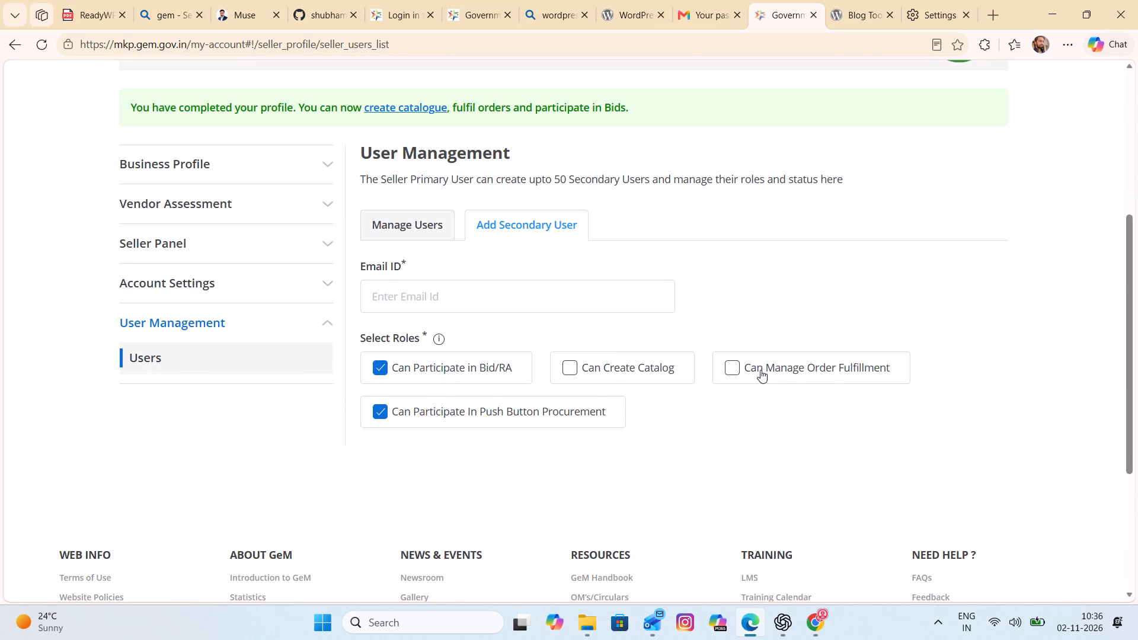
scroll(350, 465, "up", 1)
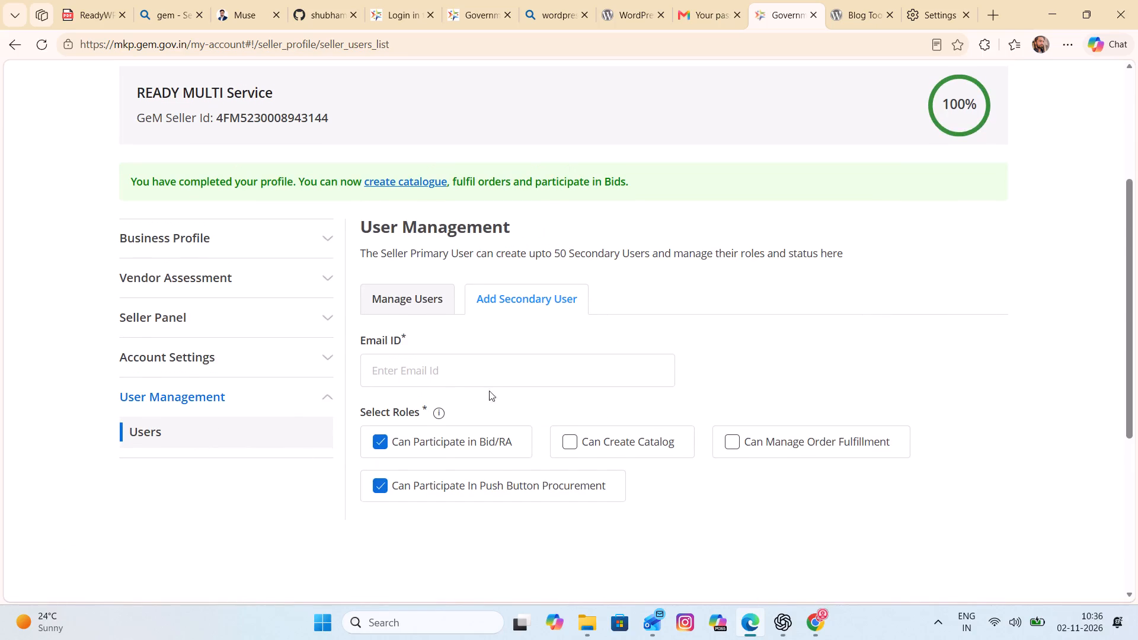
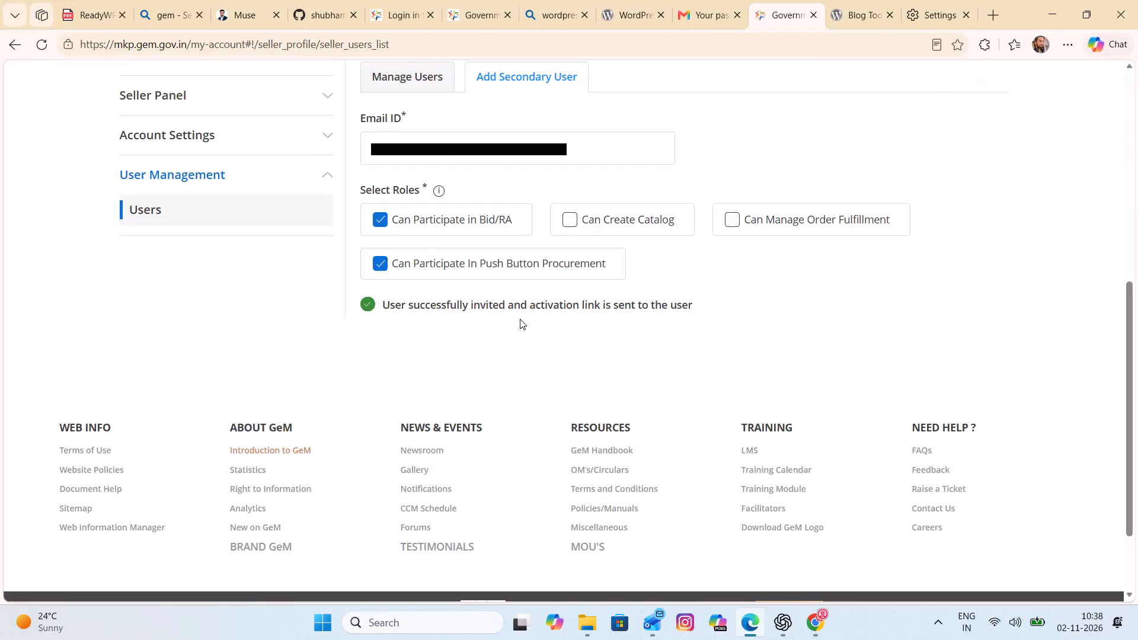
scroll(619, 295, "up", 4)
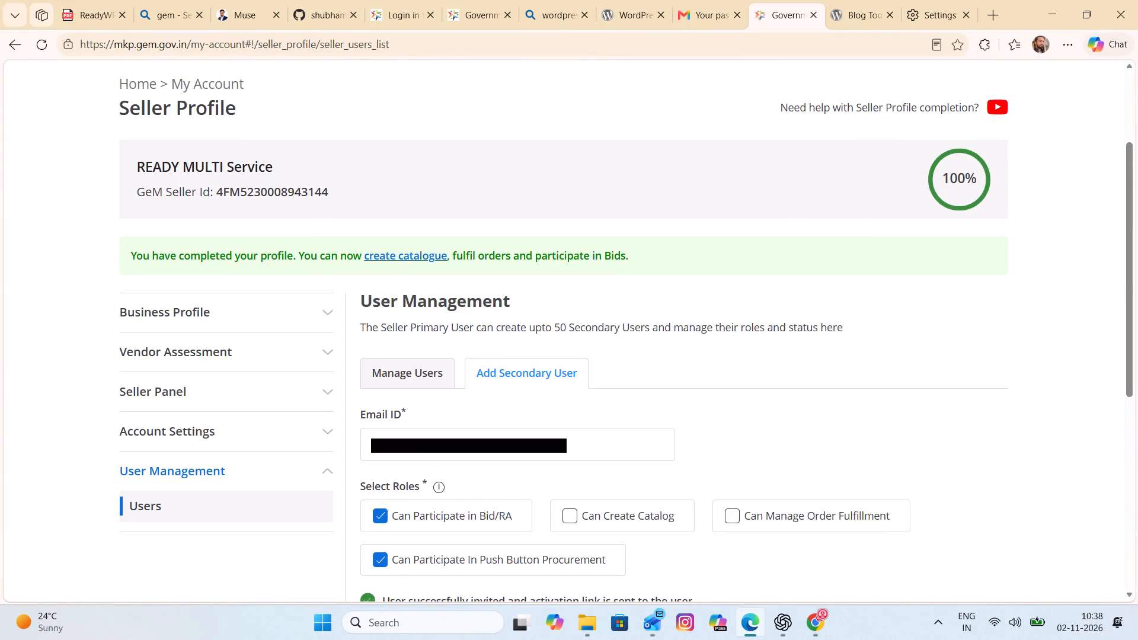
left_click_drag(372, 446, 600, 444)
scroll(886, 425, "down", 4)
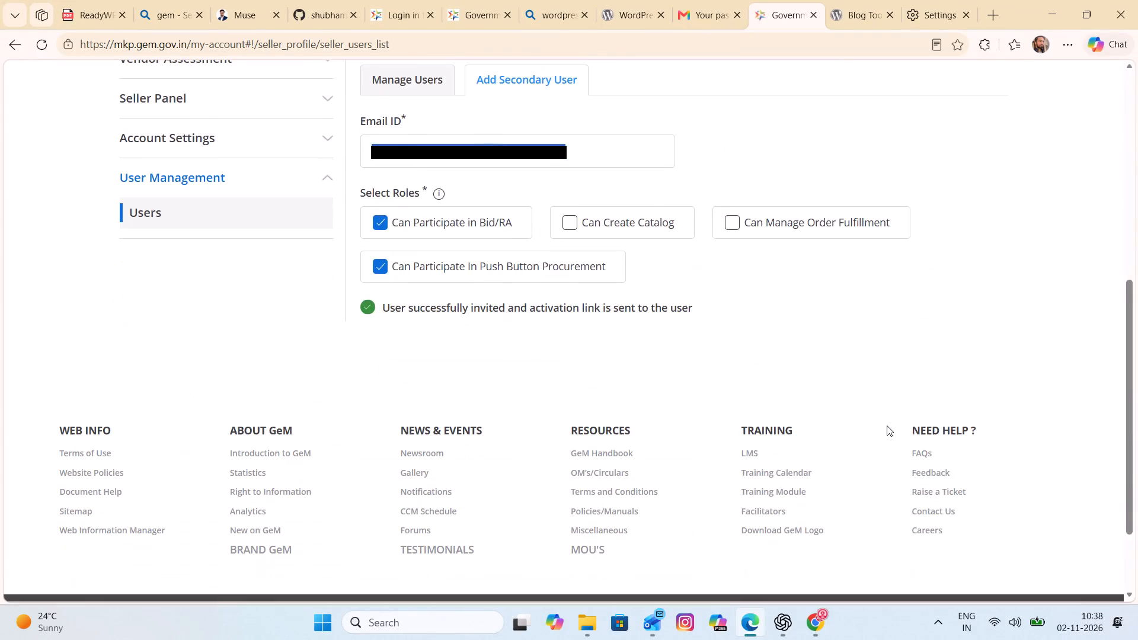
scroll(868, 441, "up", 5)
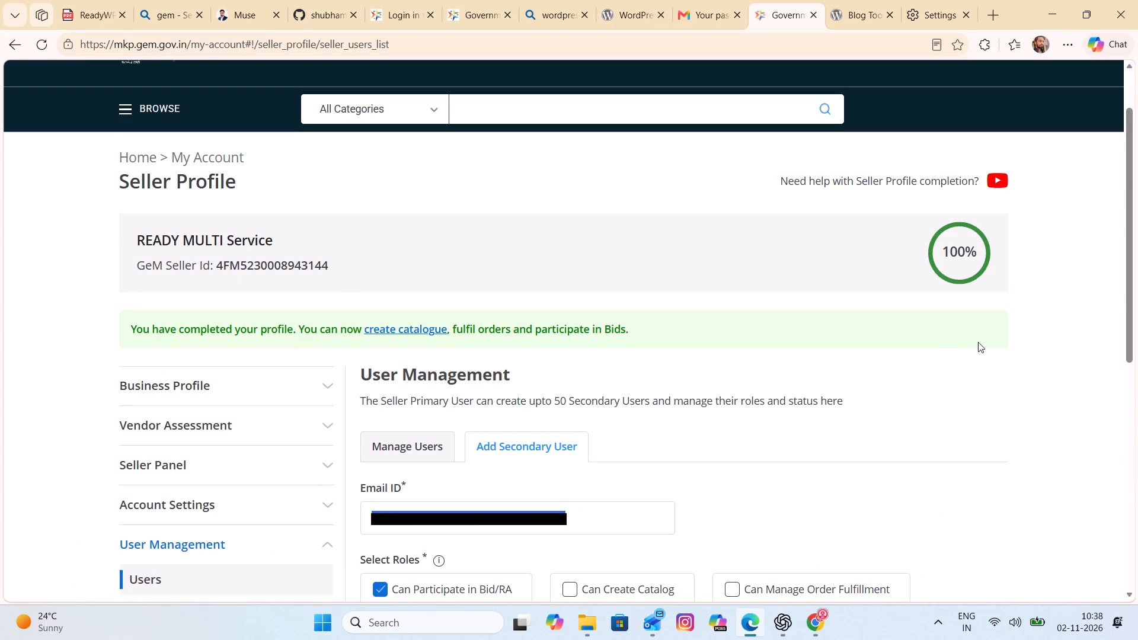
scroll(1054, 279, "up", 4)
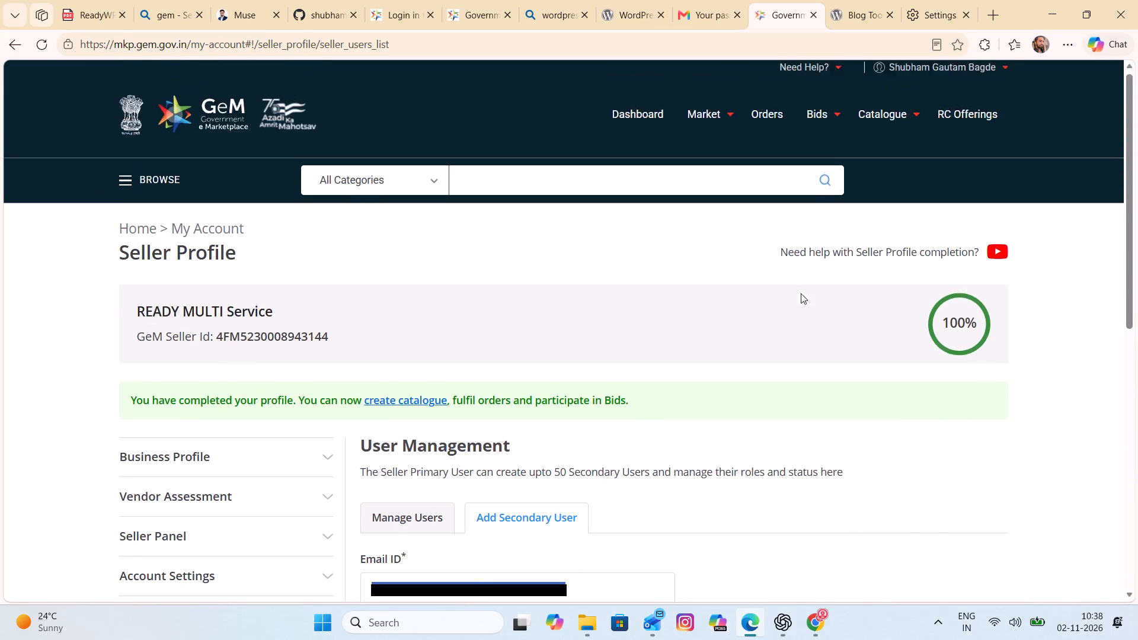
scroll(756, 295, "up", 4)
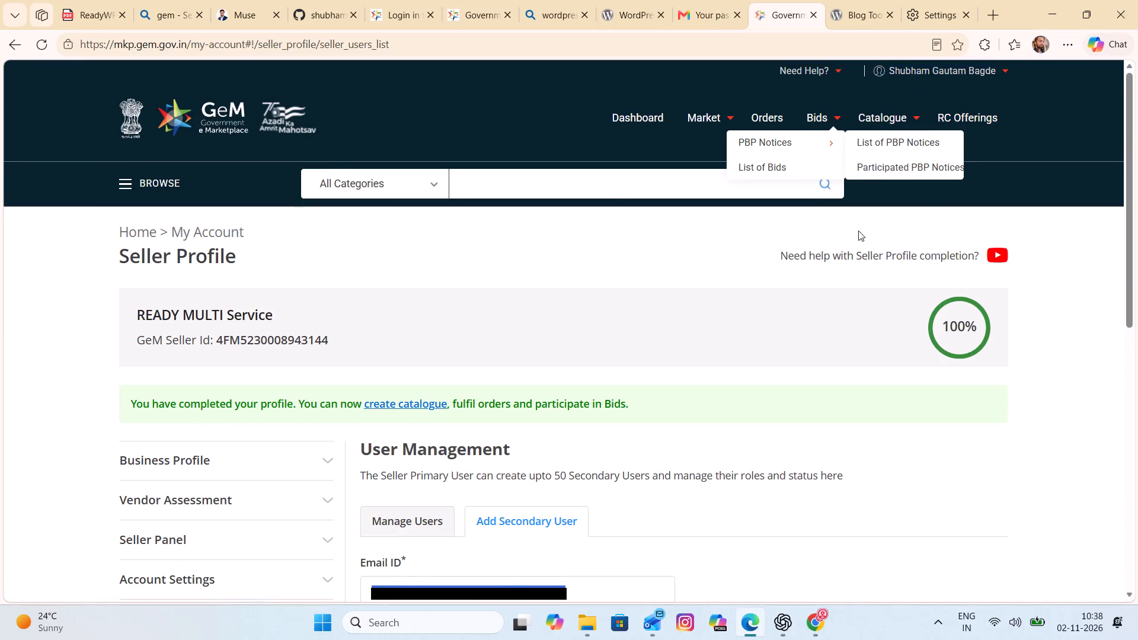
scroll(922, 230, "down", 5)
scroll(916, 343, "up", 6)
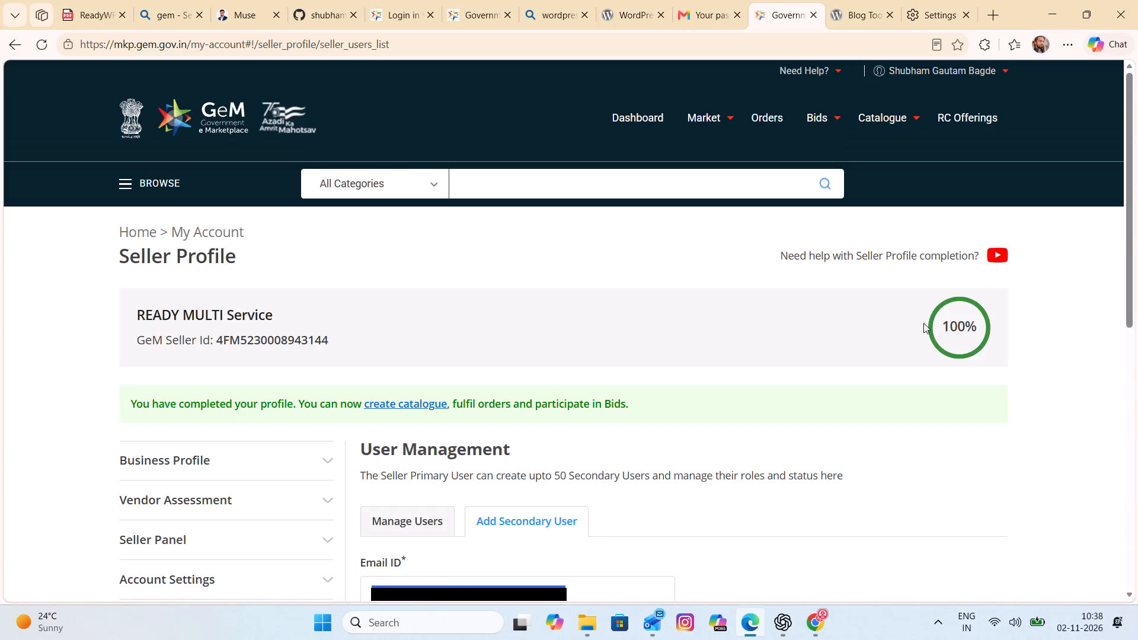
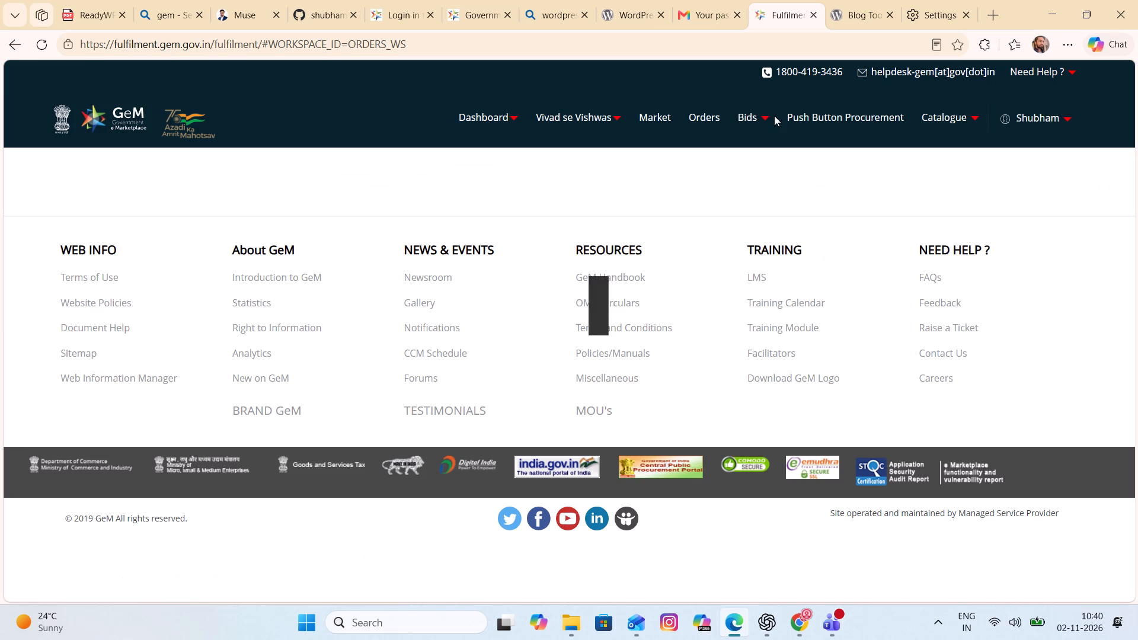
Return from the Orders page to the seller dashboard home page of the GeM fulfilment portal.
scroll(843, 425, "up", 4)
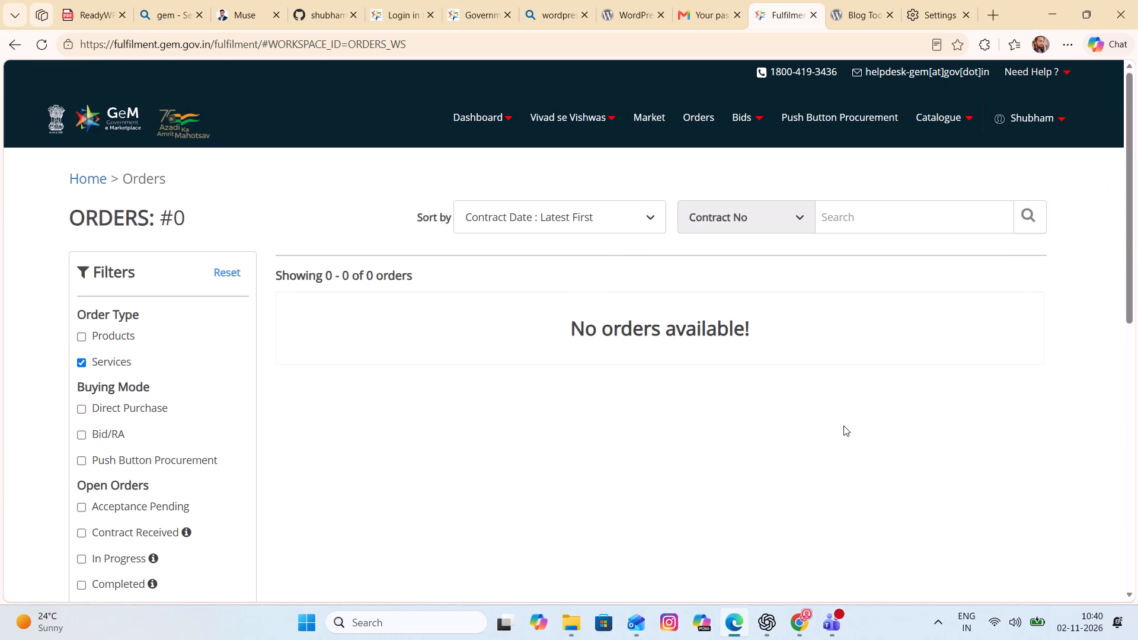
scroll(843, 425, "up", 1)
left_click(81, 121)
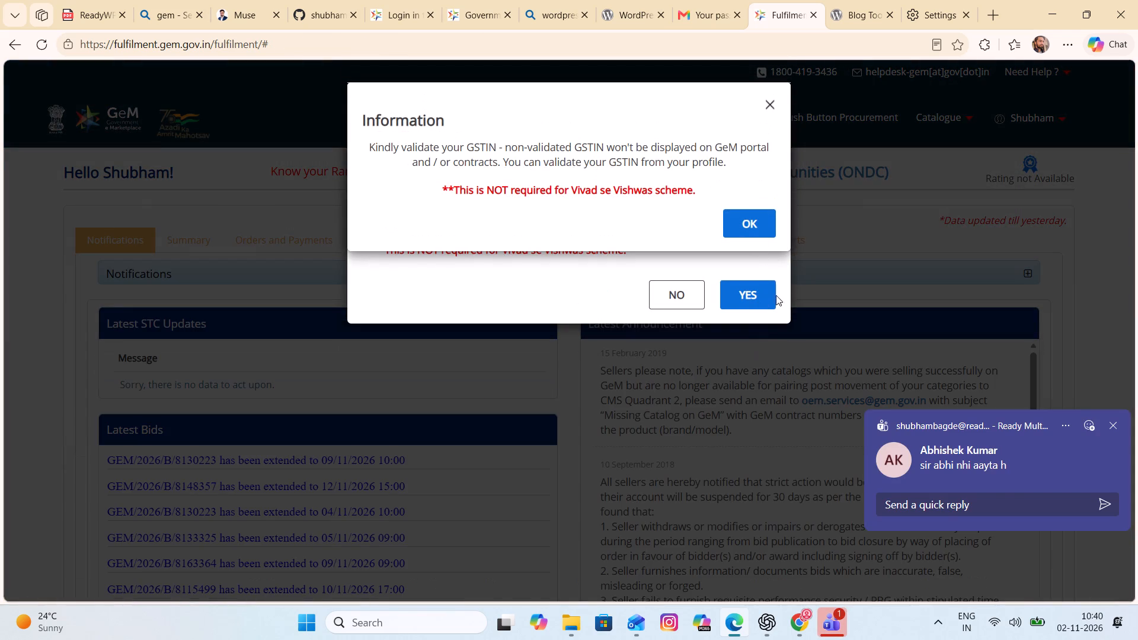
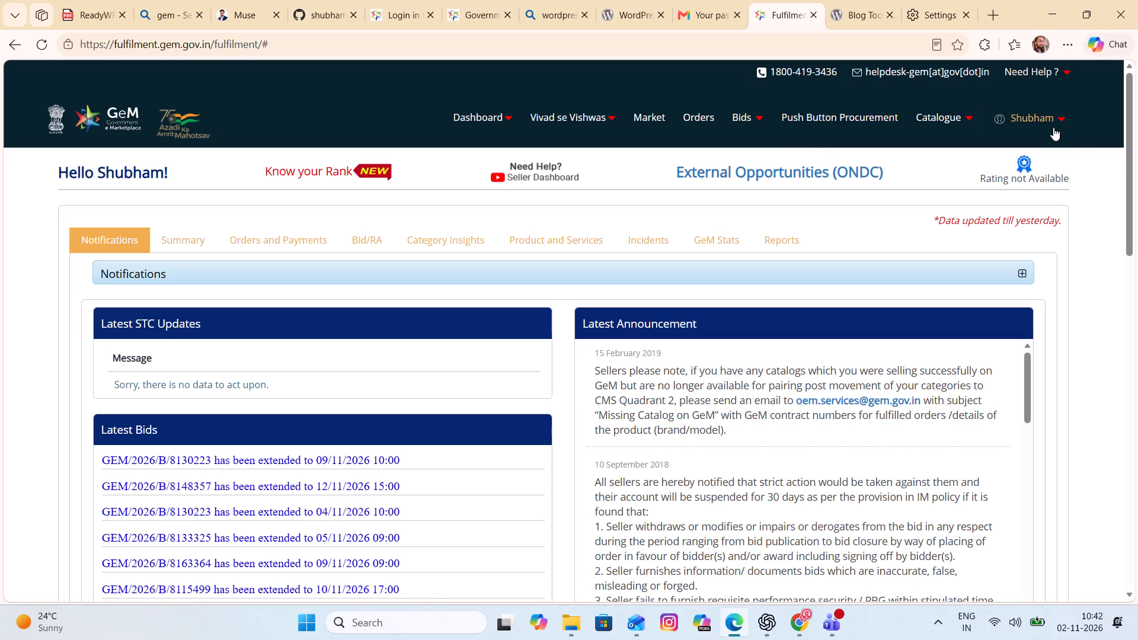
Open the seller account's profile page and bring up the Users list under User Management.
left_click(1053, 127)
left_click(1003, 143)
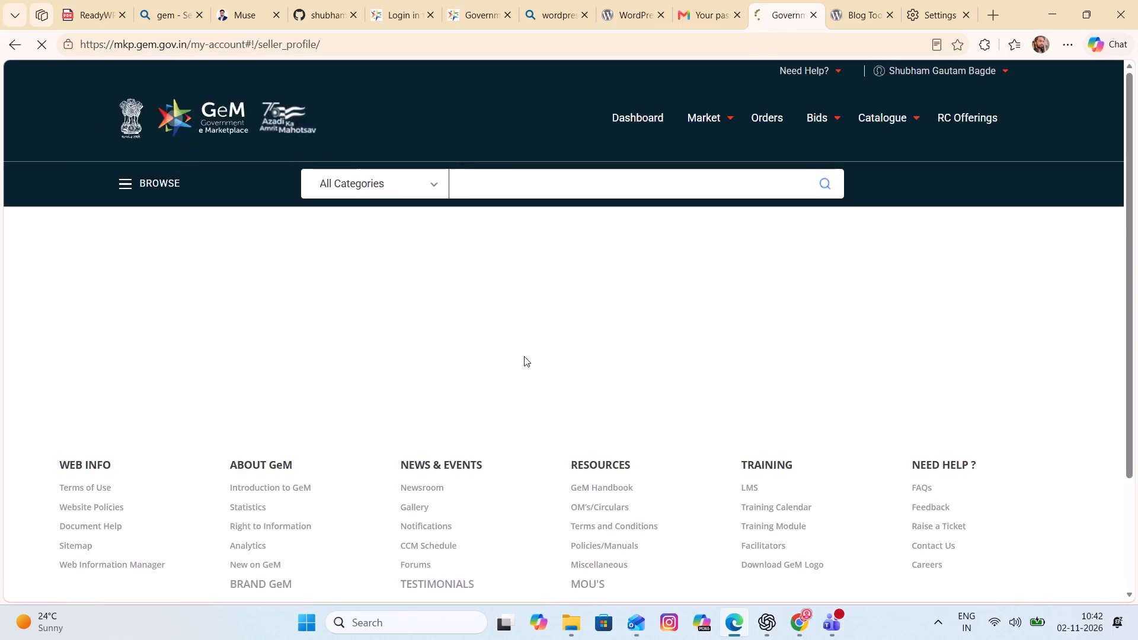
scroll(279, 423, "down", 13)
scroll(257, 423, "up", 3)
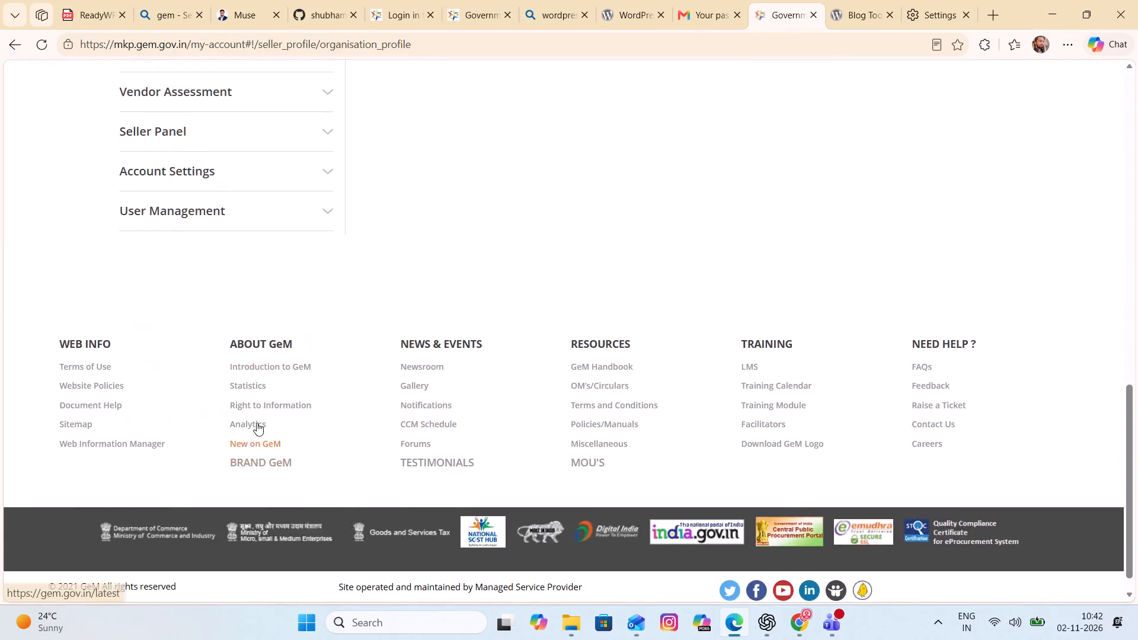
scroll(257, 423, "up", 1)
left_click(274, 479)
scroll(658, 380, "down", 2)
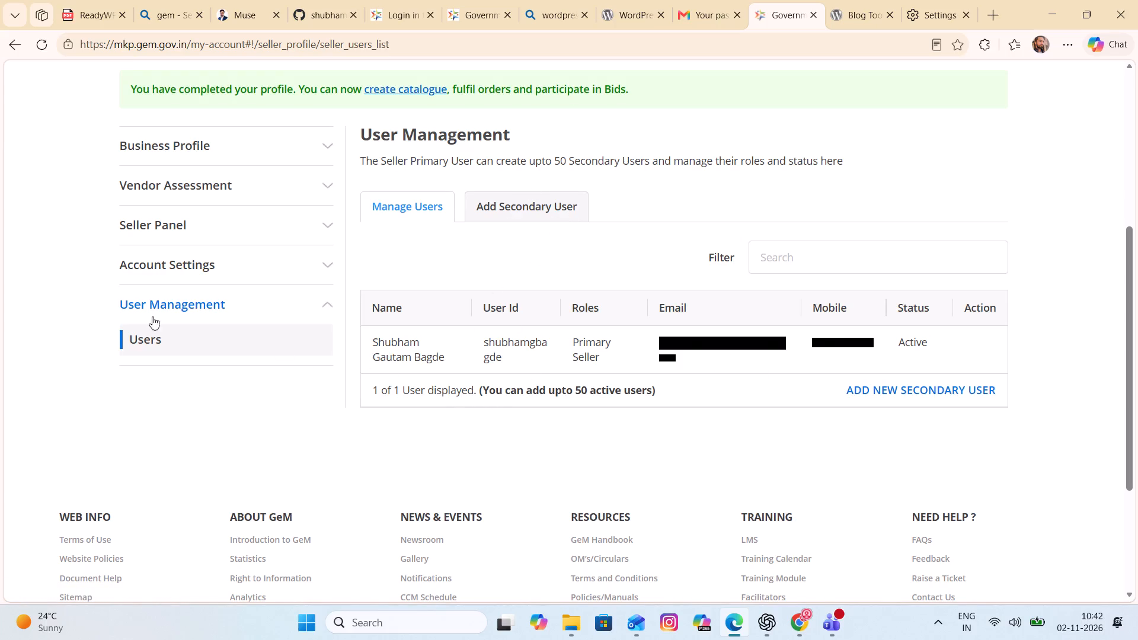
Review the primary seller's personal details on the Seller Profile page under Account Settings.
left_click(185, 269)
scroll(608, 423, "down", 4)
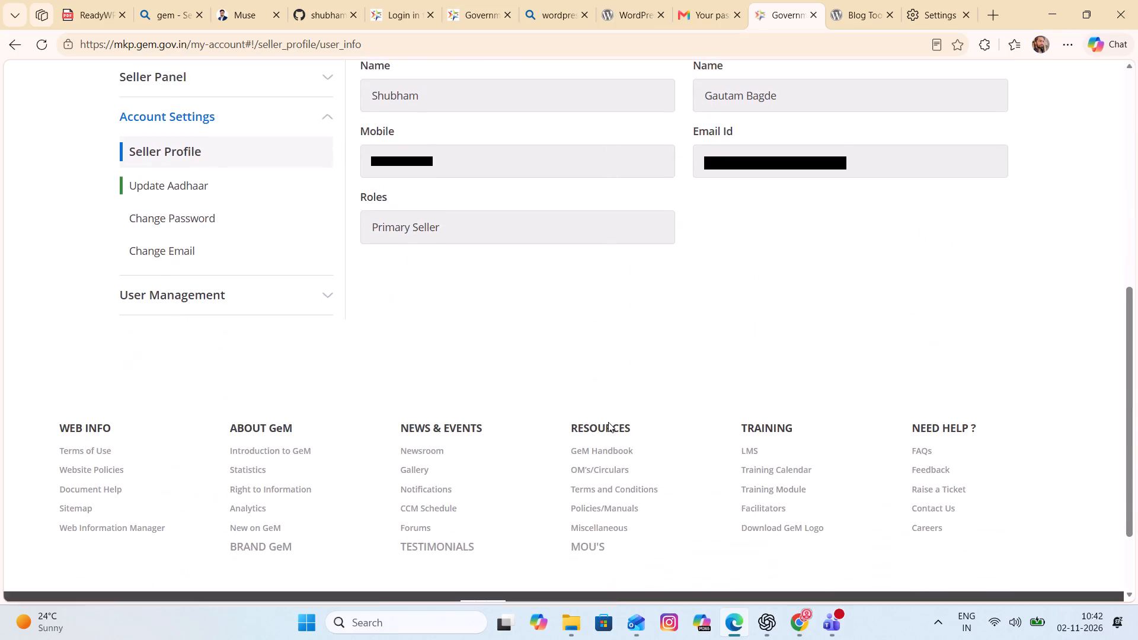
scroll(606, 420, "up", 3)
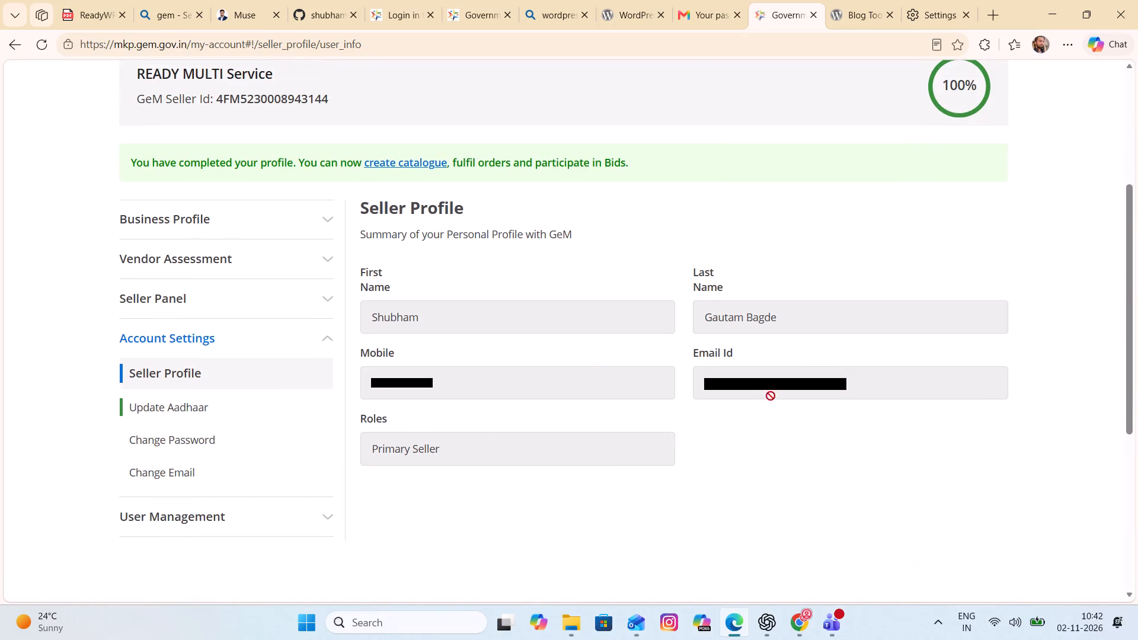
scroll(554, 481, "up", 4)
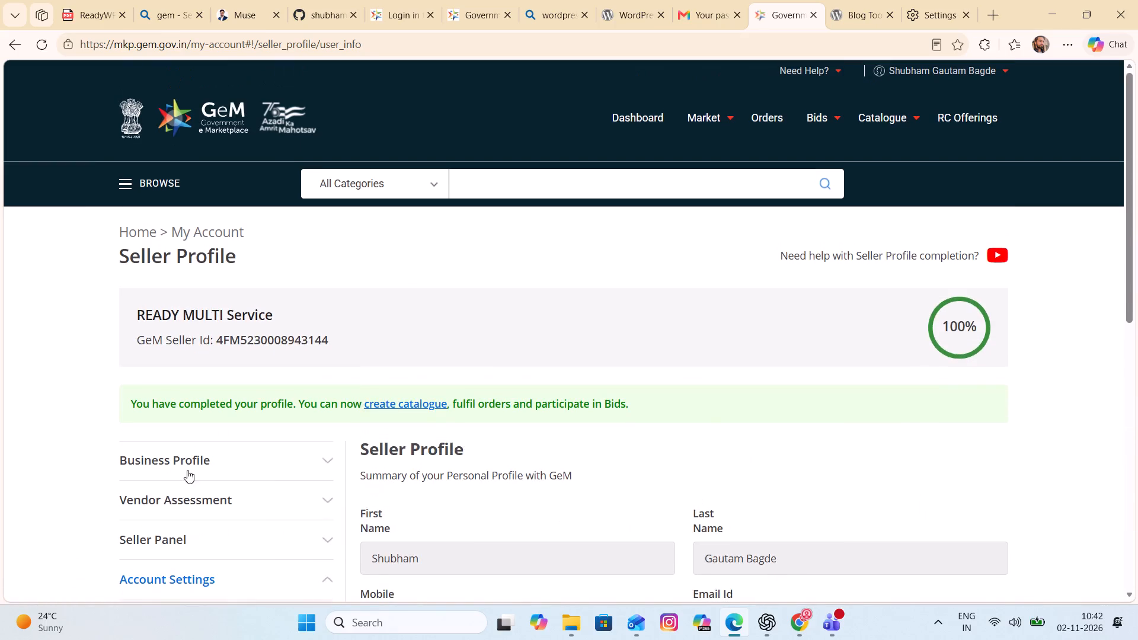
Return to the User Management page showing the Manage Users list and the option for adding a secondary user.
scroll(266, 453, "down", 5)
left_click(223, 389)
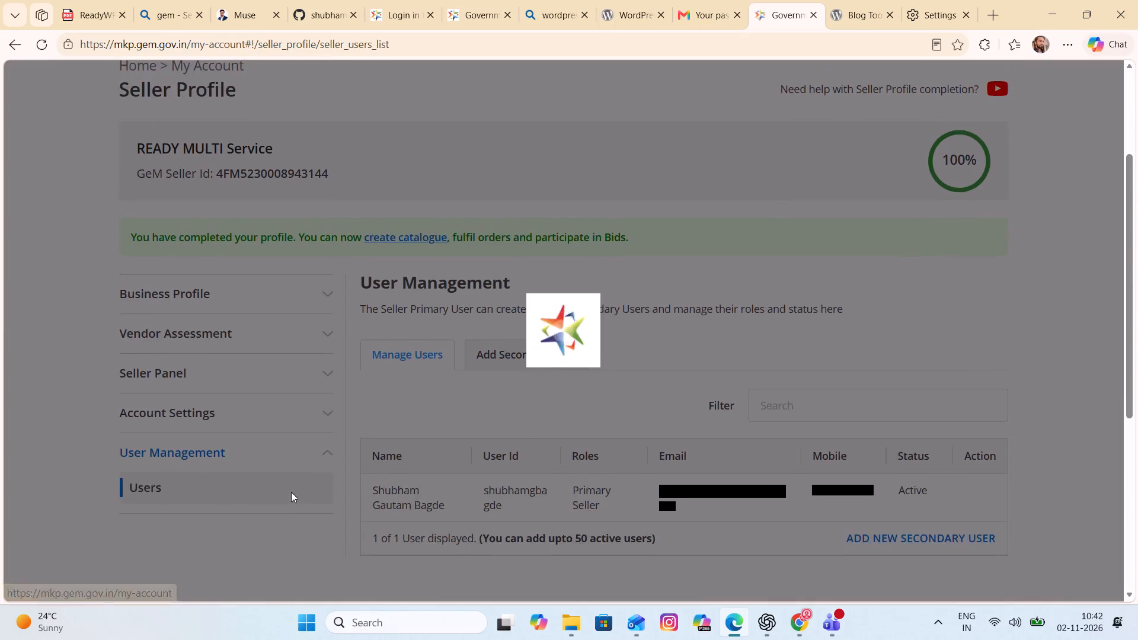
scroll(597, 457, "down", 2)
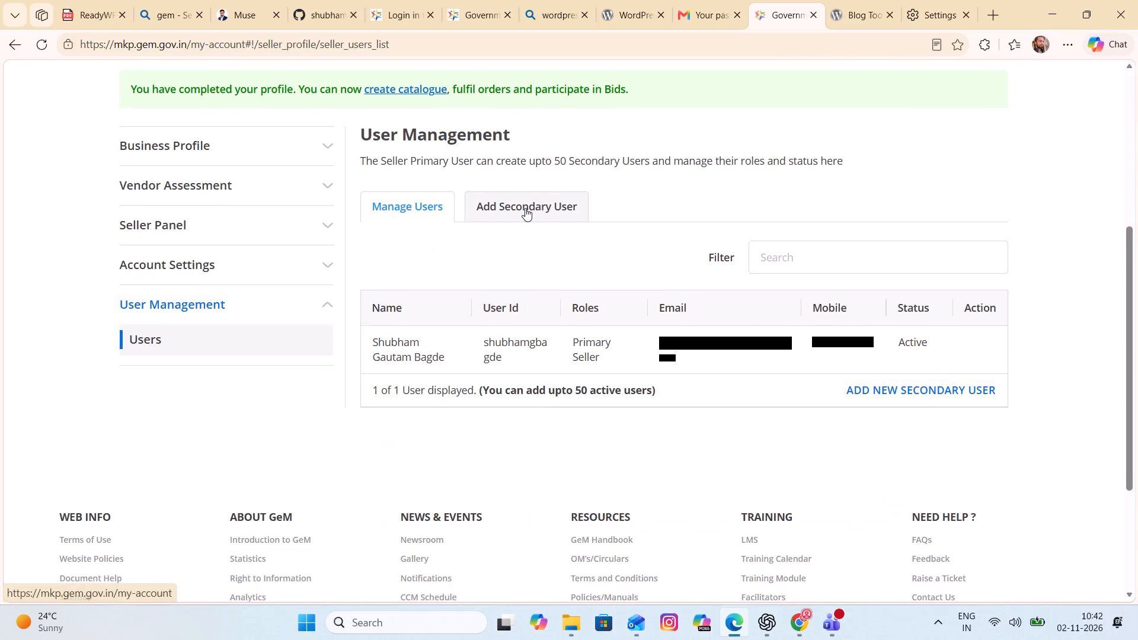
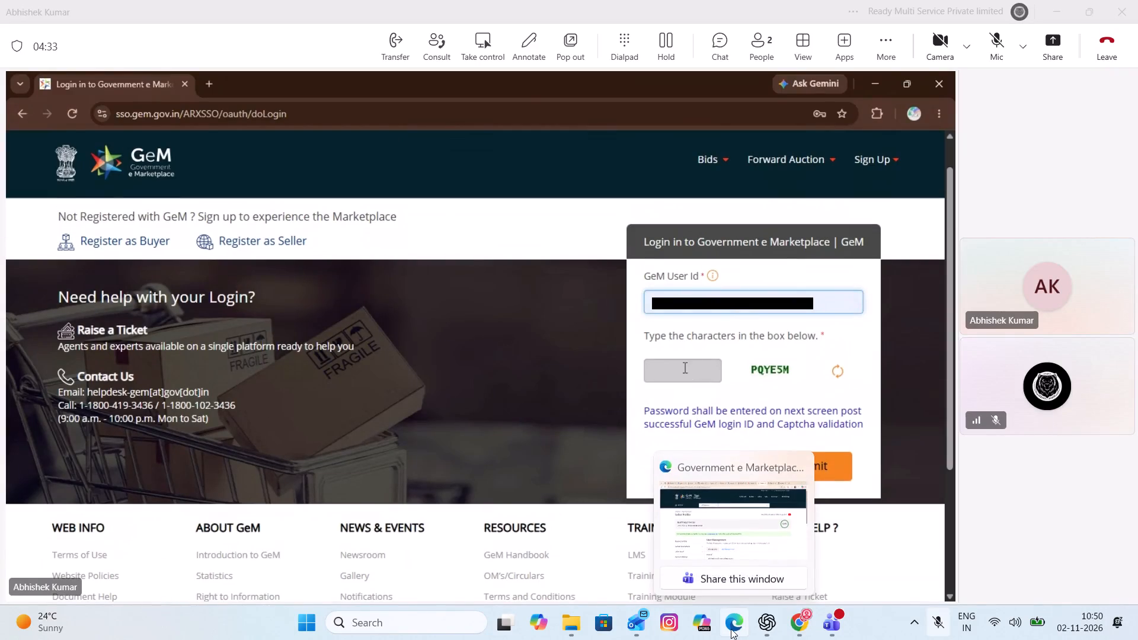
Share the Edge window showing the Government e Marketplace page in the ongoing Teams call.
left_click(731, 577)
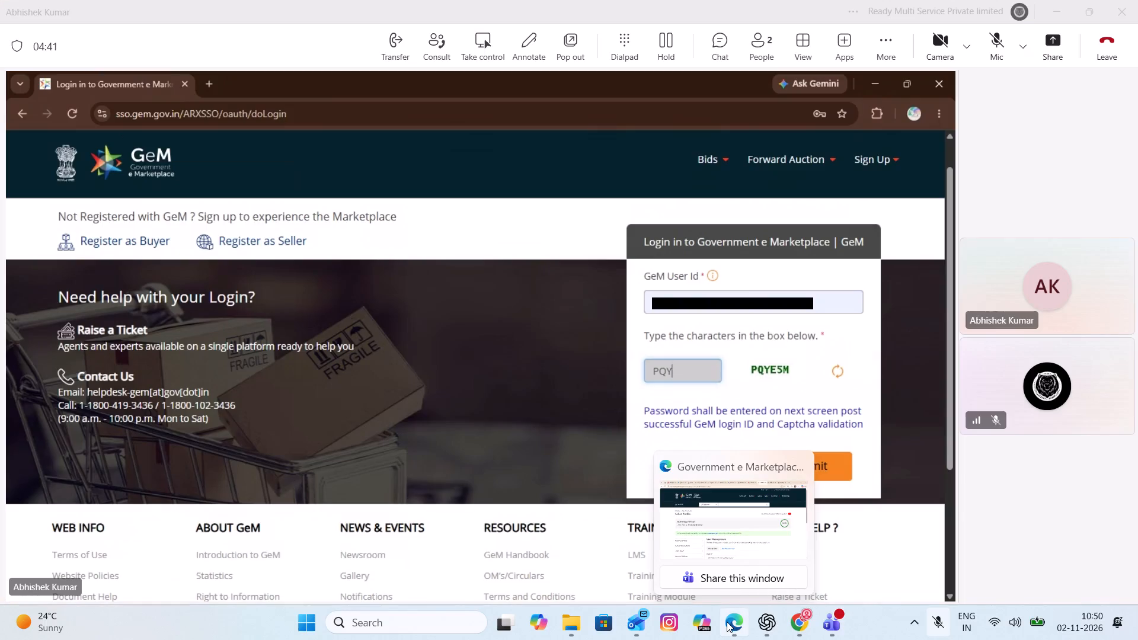
Switch back to the seller account in Edge and reload the user list under User Management.
left_click(727, 622)
scroll(600, 447, "down", 3)
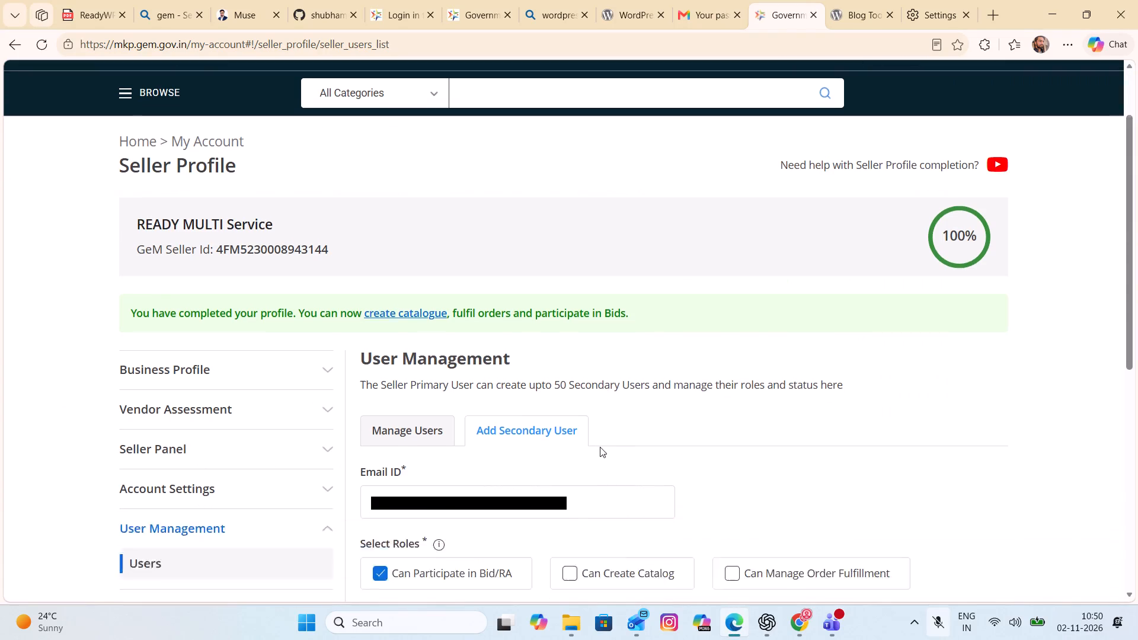
scroll(619, 455, "down", 4)
scroll(619, 462, "up", 5)
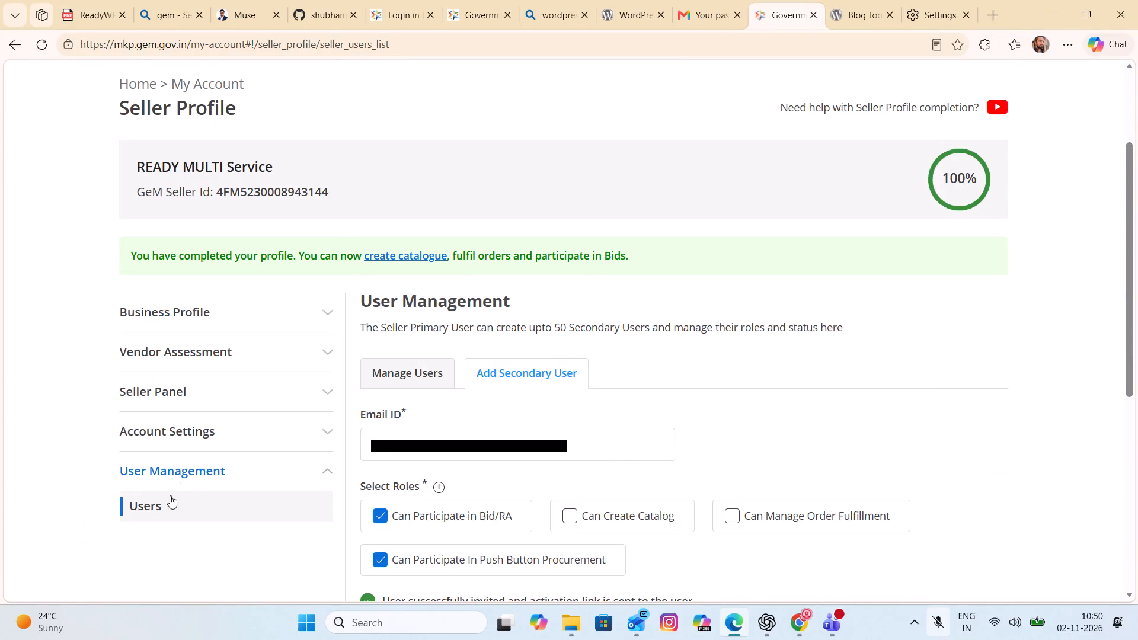
left_click(167, 508)
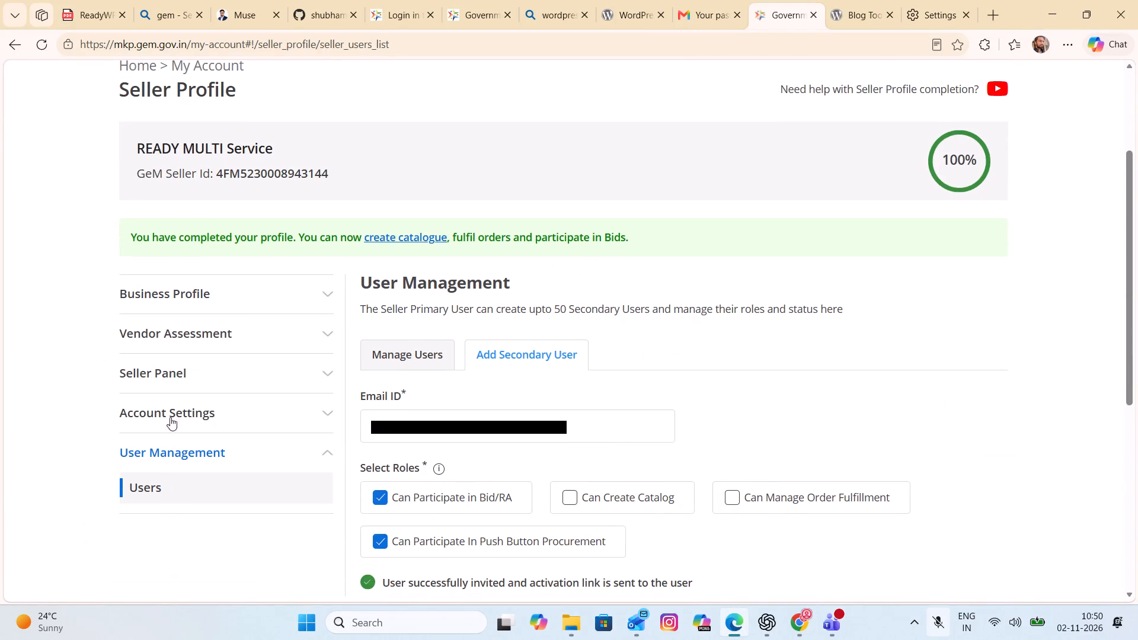
left_click(189, 290)
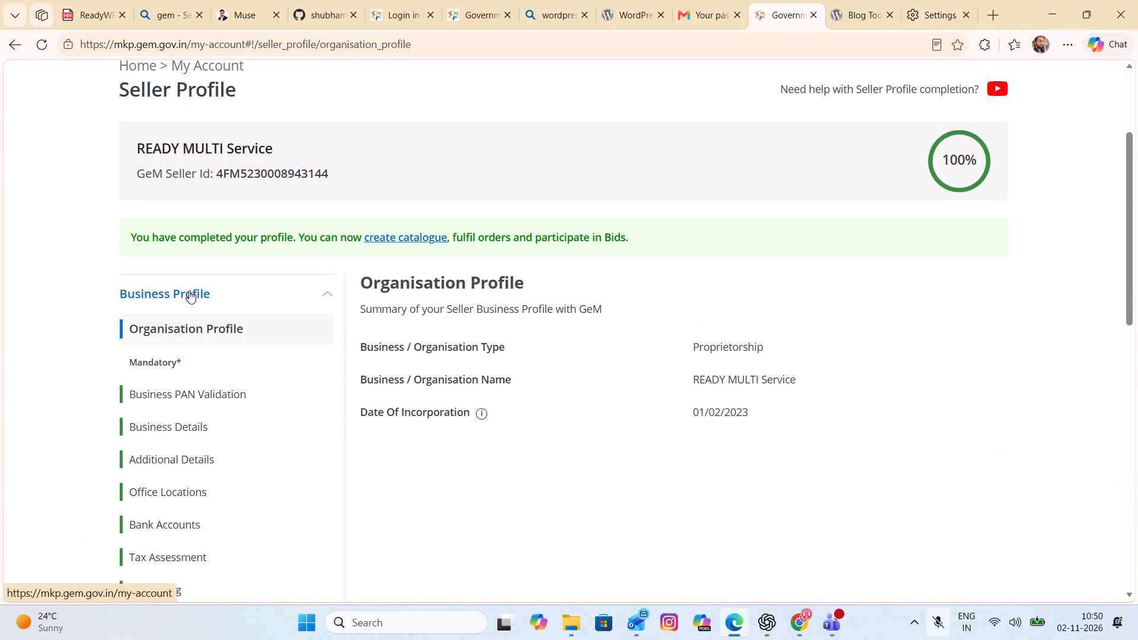
scroll(209, 379, "down", 11)
left_click(200, 190)
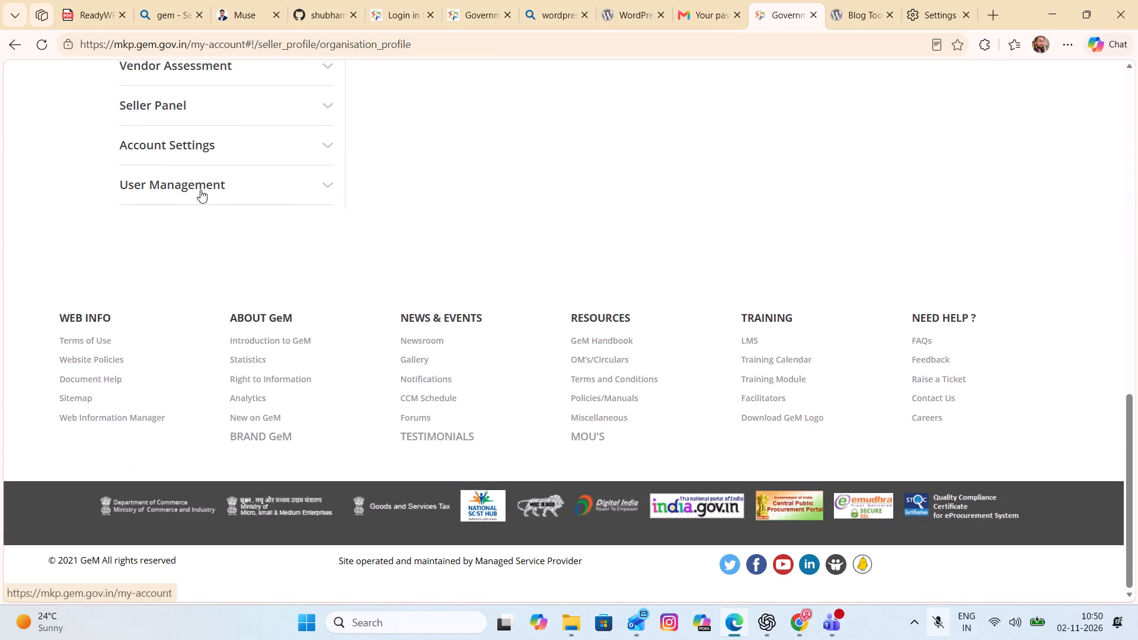
Request activation of the inactive secondary user and begin the OTP verification.
scroll(501, 433, "down", 4)
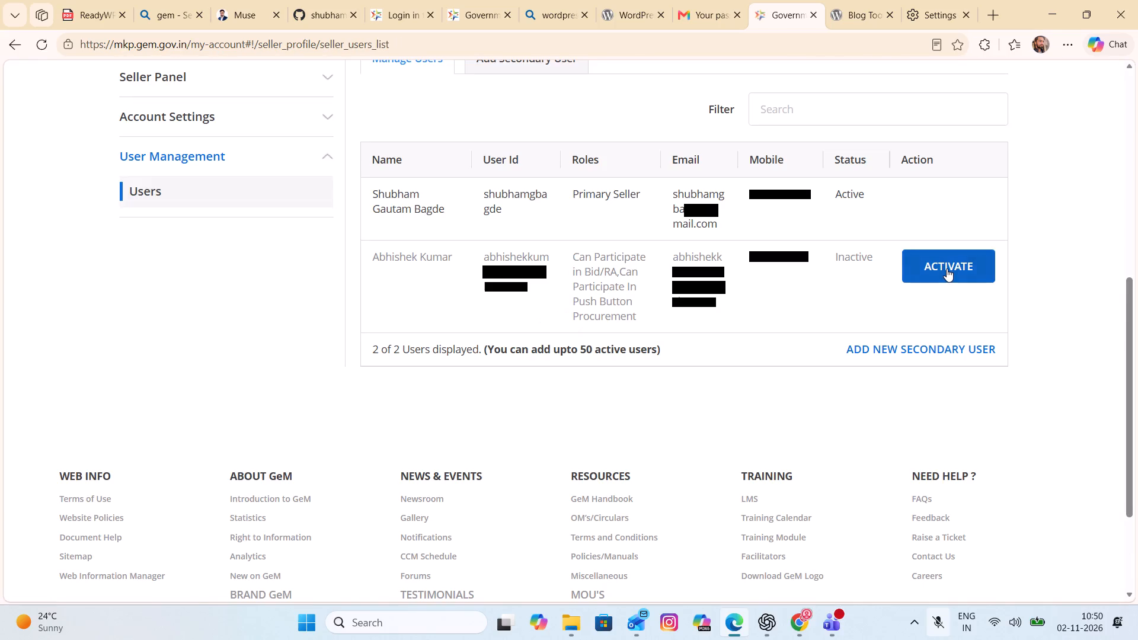
left_click(947, 268)
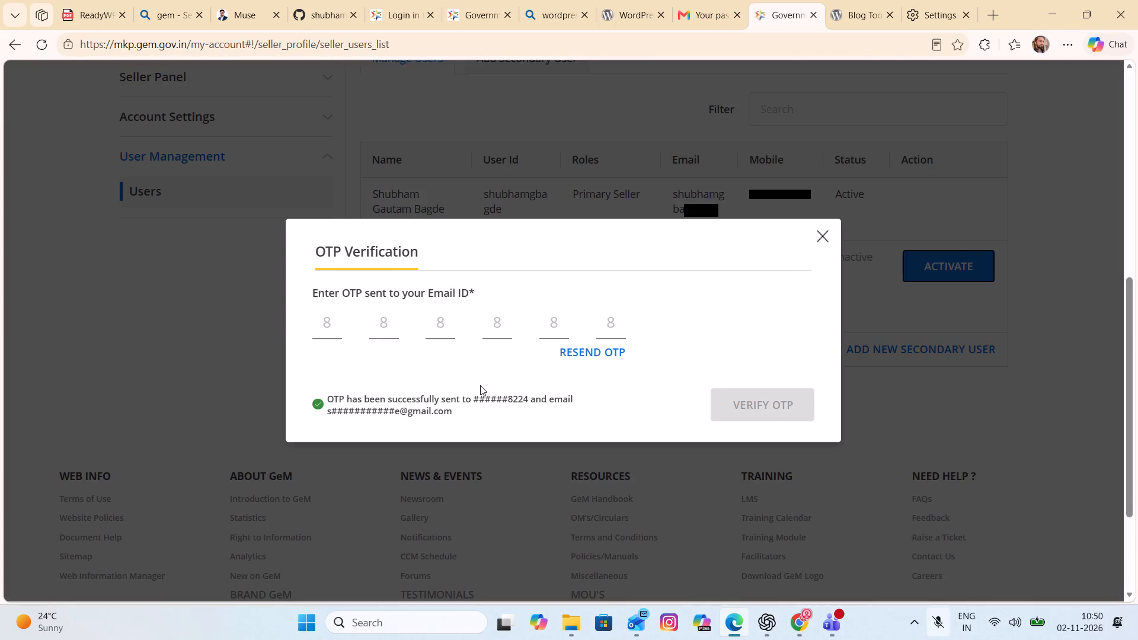
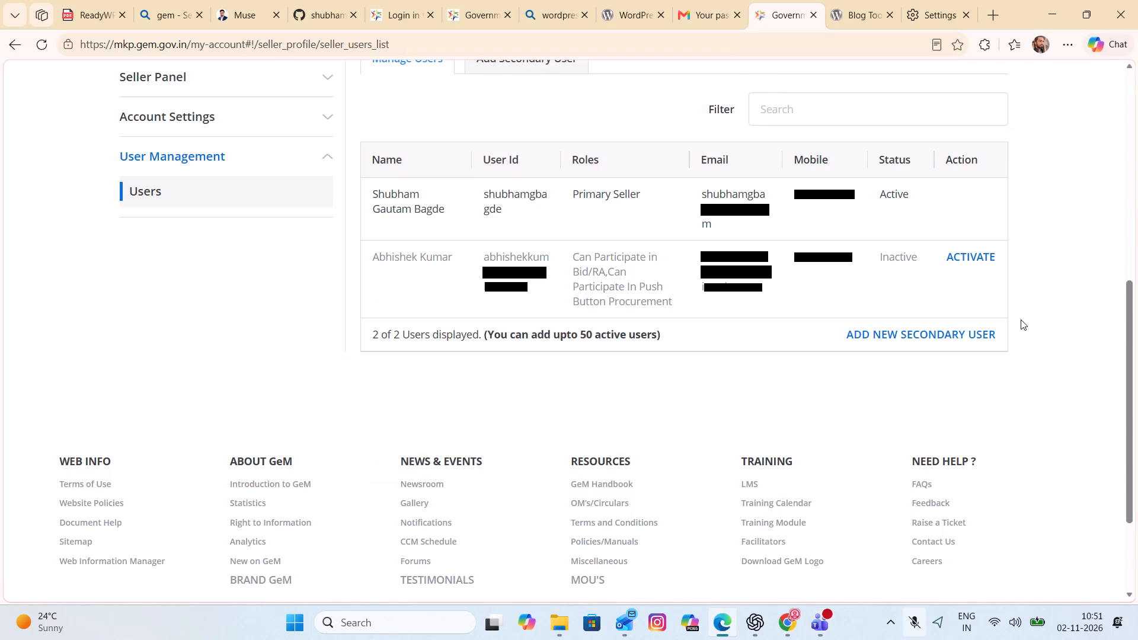
Activate the inactive secondary user in the Manage Users list and check that user's entry.
left_click(956, 258)
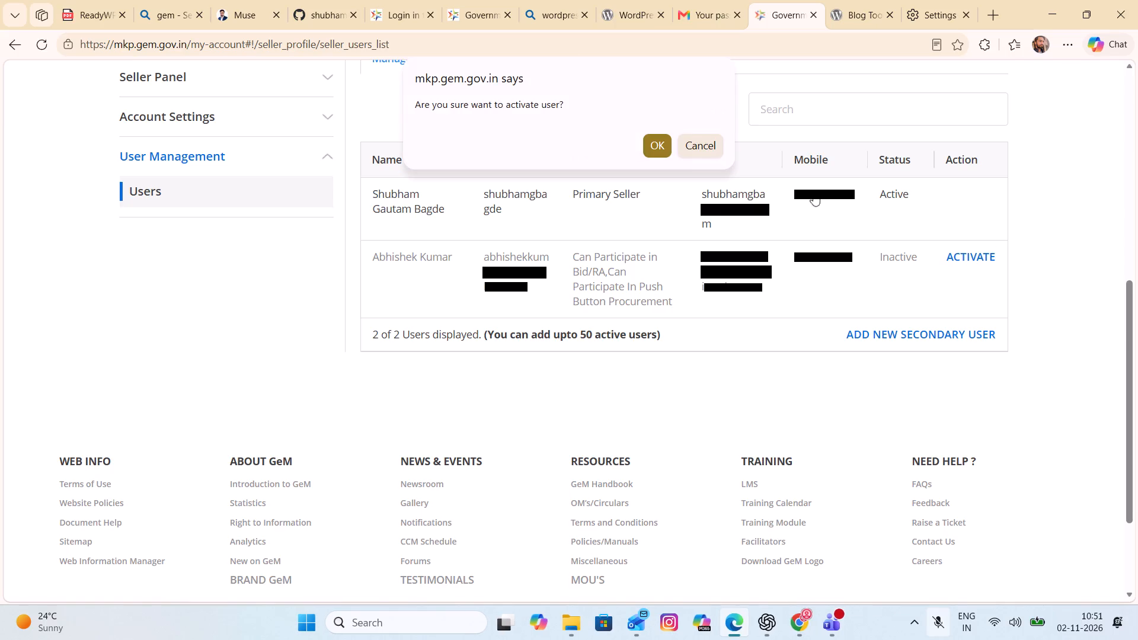
left_click(658, 148)
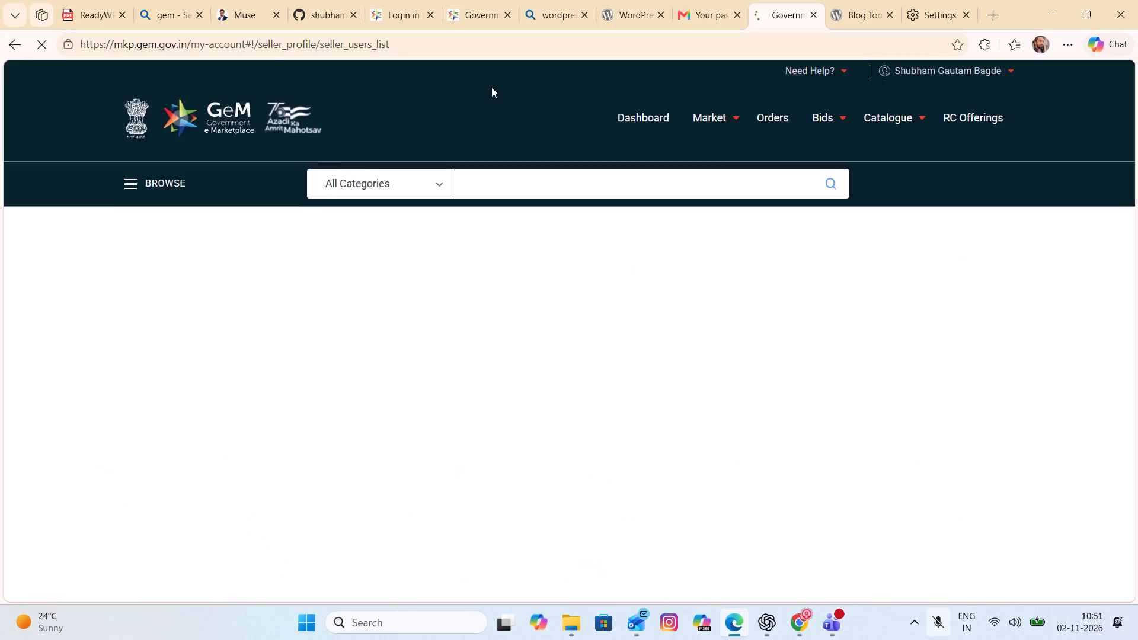